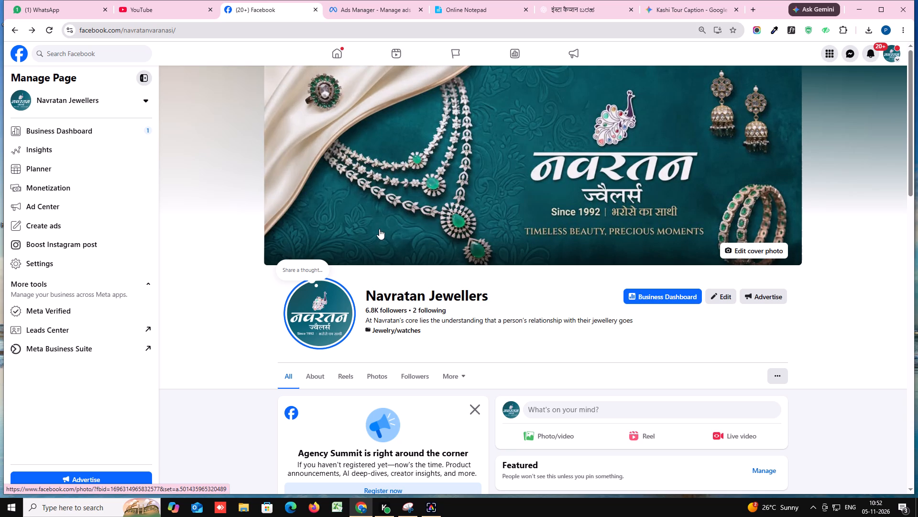
Look over the Navratan Jewellers page, examining its details, contact info, photos and latest posts.
scroll(250, 202, "down", 8)
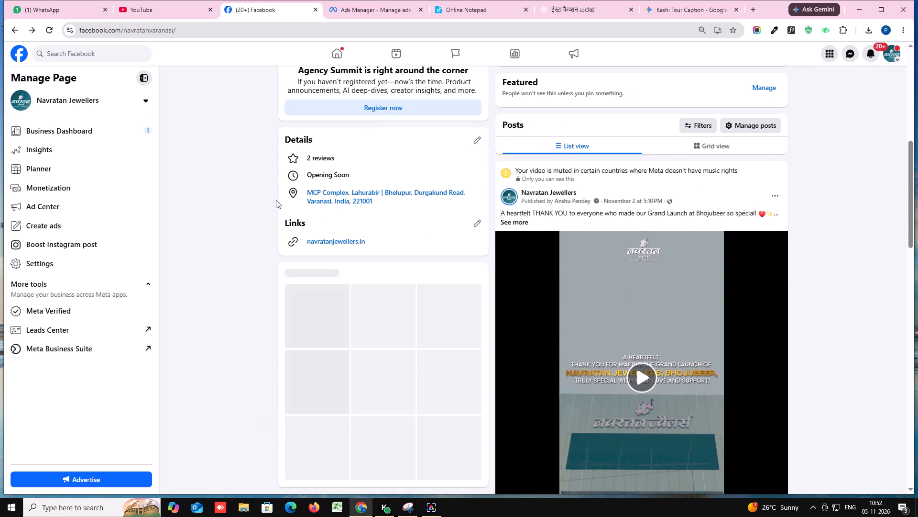
scroll(286, 199, "down", 7)
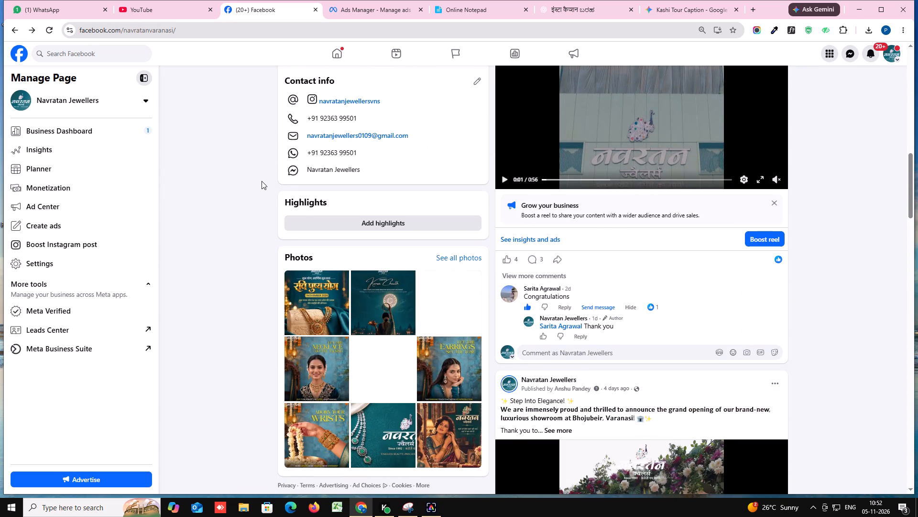
scroll(262, 181, "up", 4)
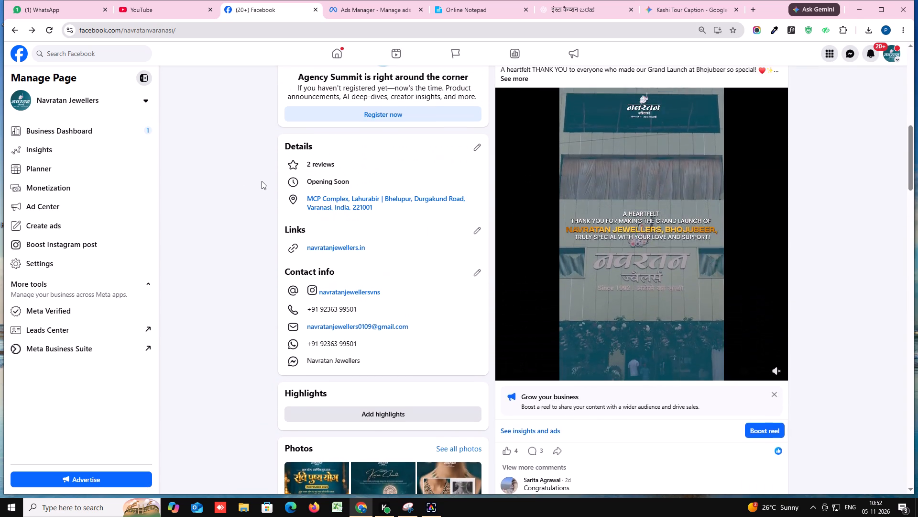
scroll(262, 181, "up", 1)
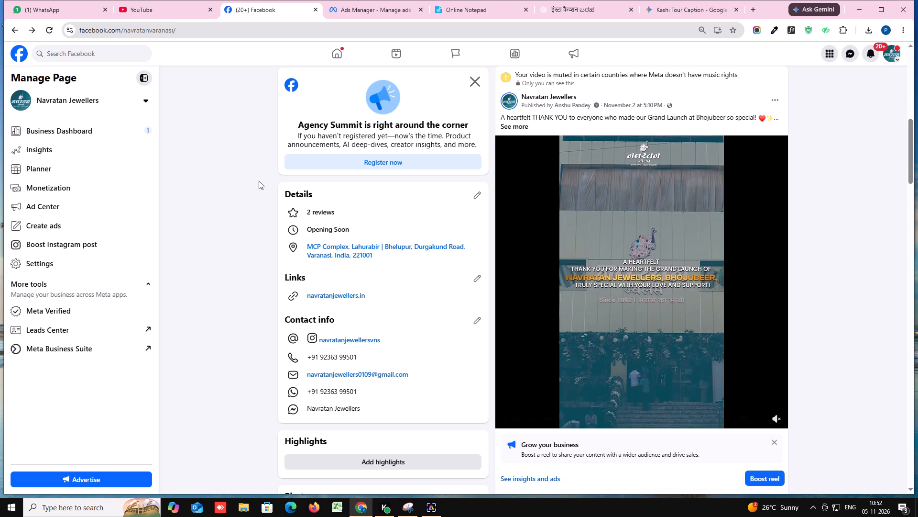
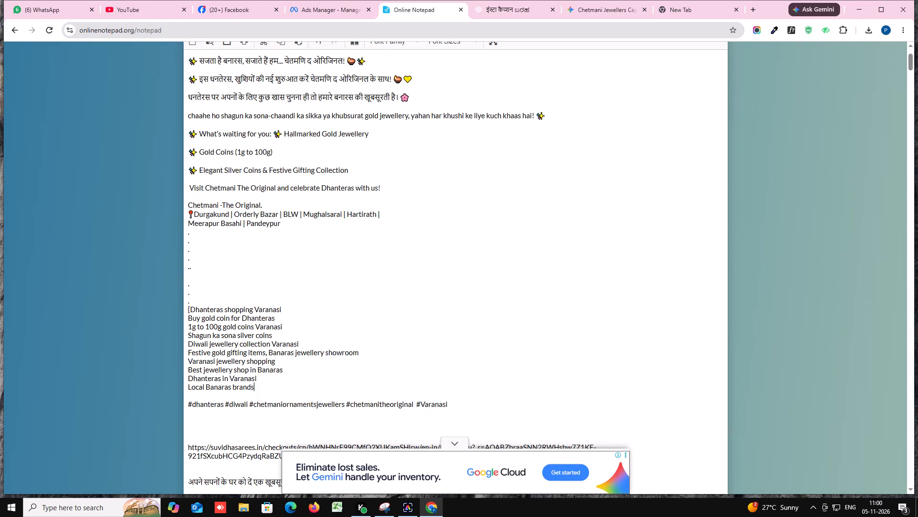
key("bracketright")
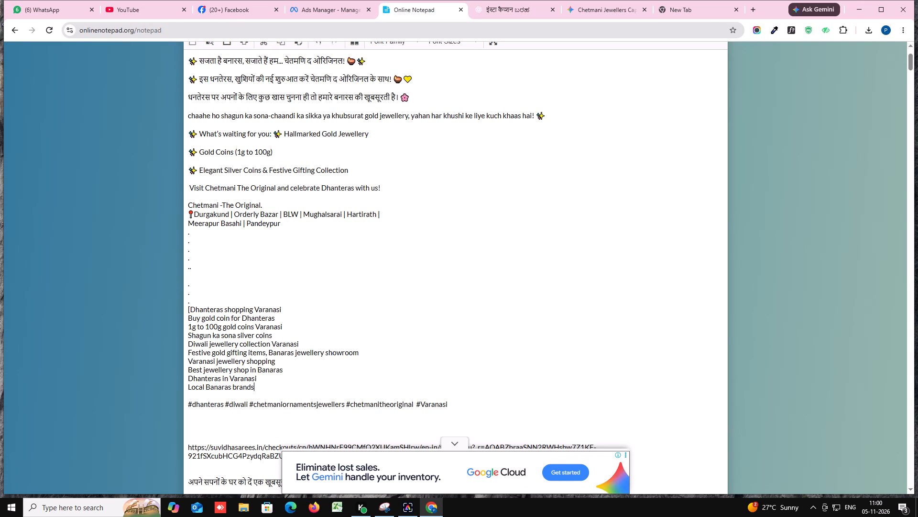
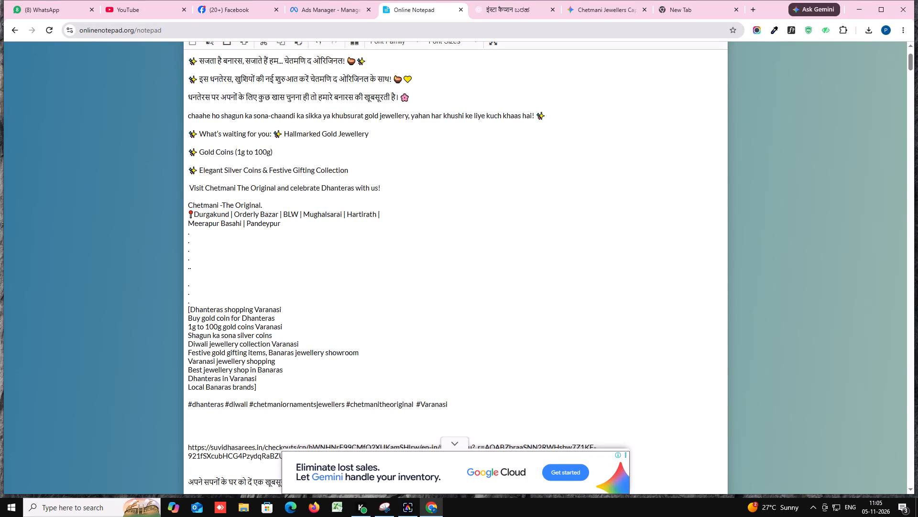
Place the text cursor at the end of the bracketed keyword list, by the closing bracket after "Local Banaras brands".
left_click(255, 387)
left_click(254, 389)
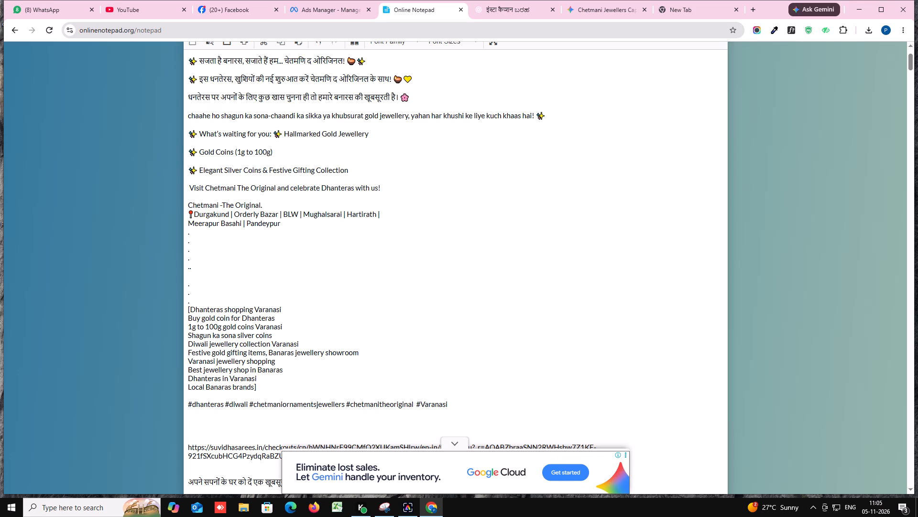
Add "Chetmani Jewellers" on a new line after "Local Banaras brands", inside the closing bracket of the keyword list.
key("Return")
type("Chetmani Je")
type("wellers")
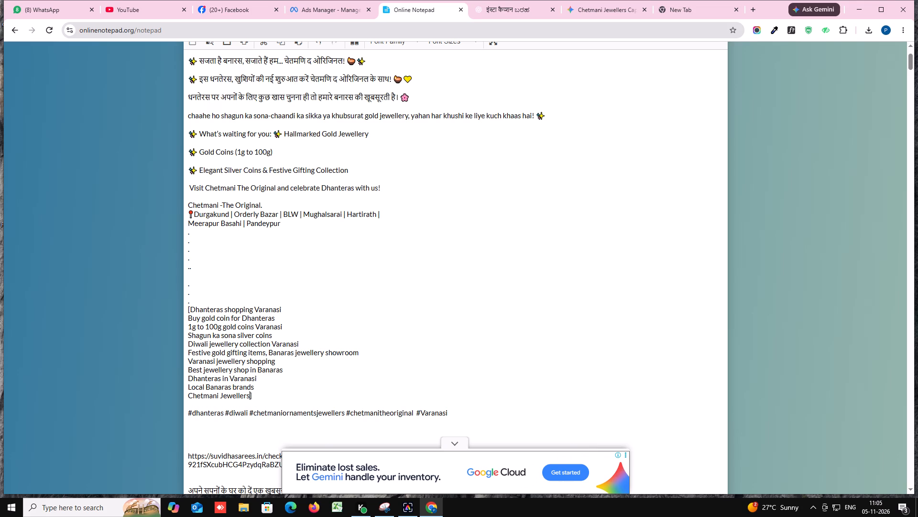
Copy the whole Dhanteras caption, from the first Hindi line through the bracketed keywords and the hashtags ending in #Varanasi.
left_click_drag(453, 415, 220, 338)
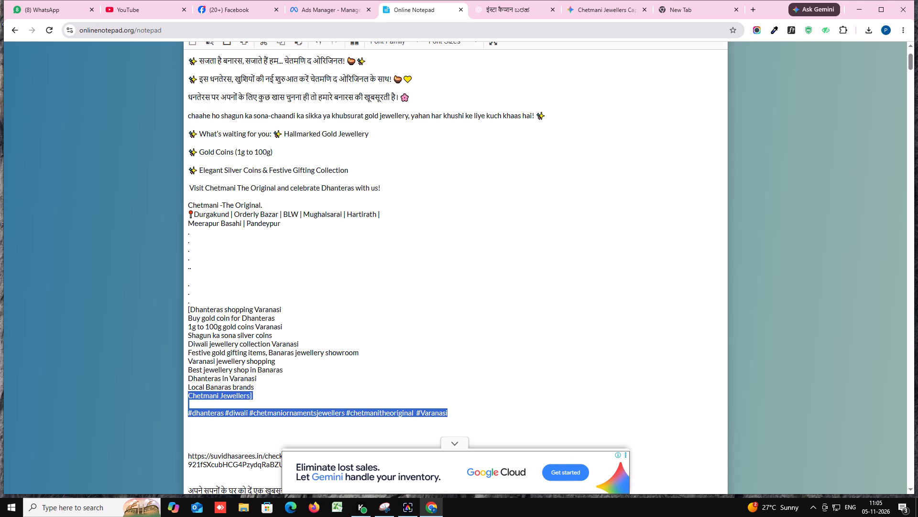
left_click_drag(220, 338, 202, 135)
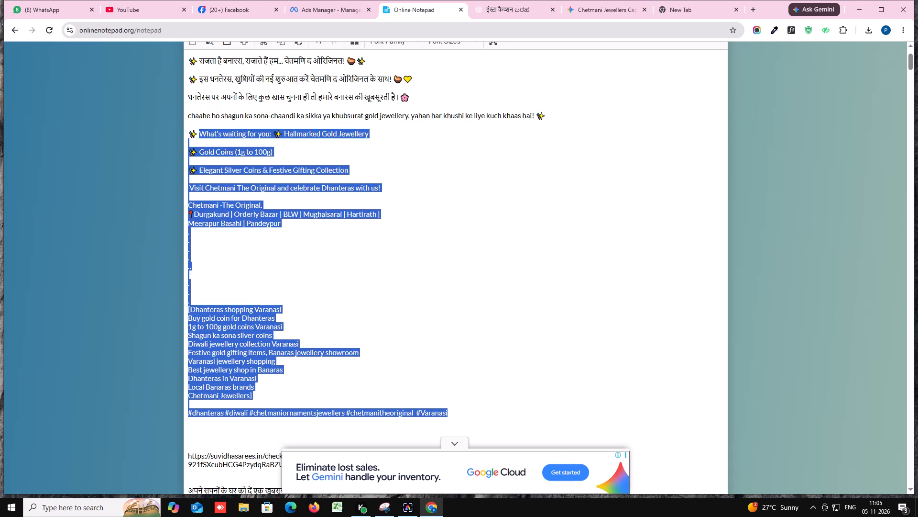
left_click_drag(202, 135, 187, 58)
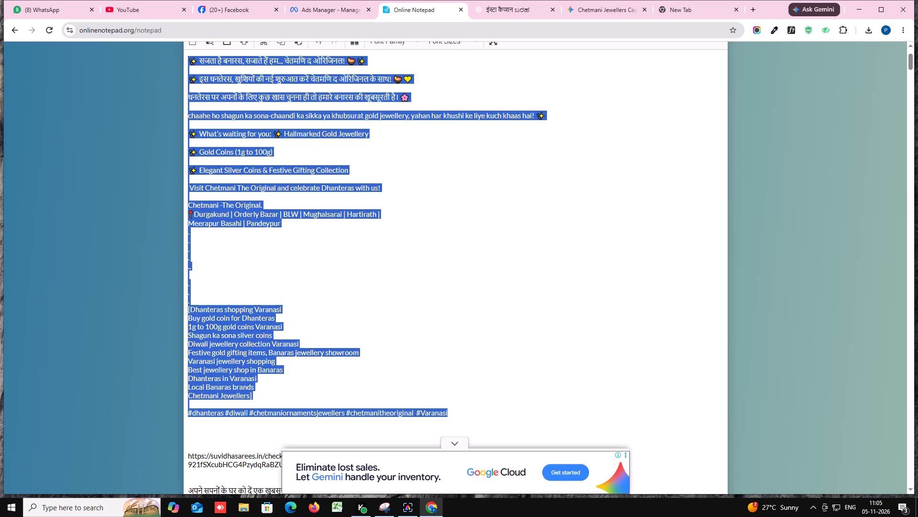
right_click(219, 79)
left_click(246, 146)
From the Chetmani Ornaments & Jewellers Facebook page, open Meta Business Suite and start creating a new reel.
left_click(230, 3)
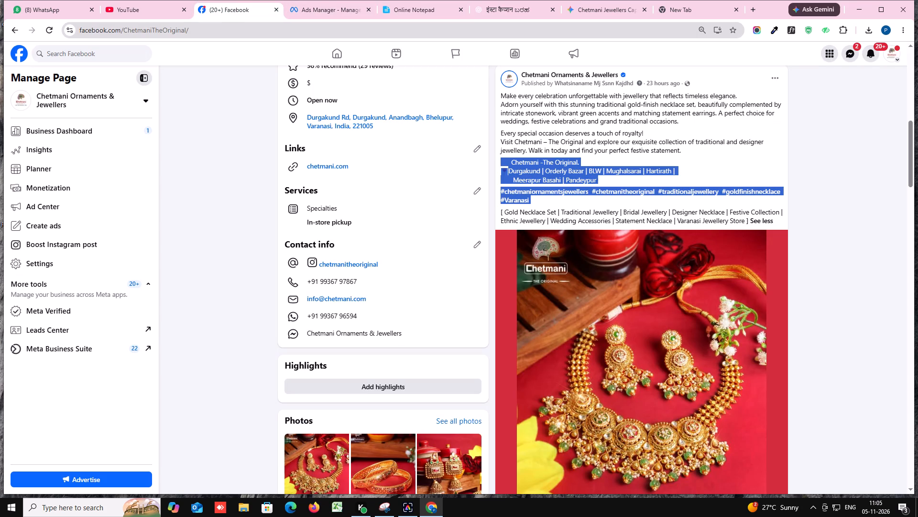
left_click(115, 349)
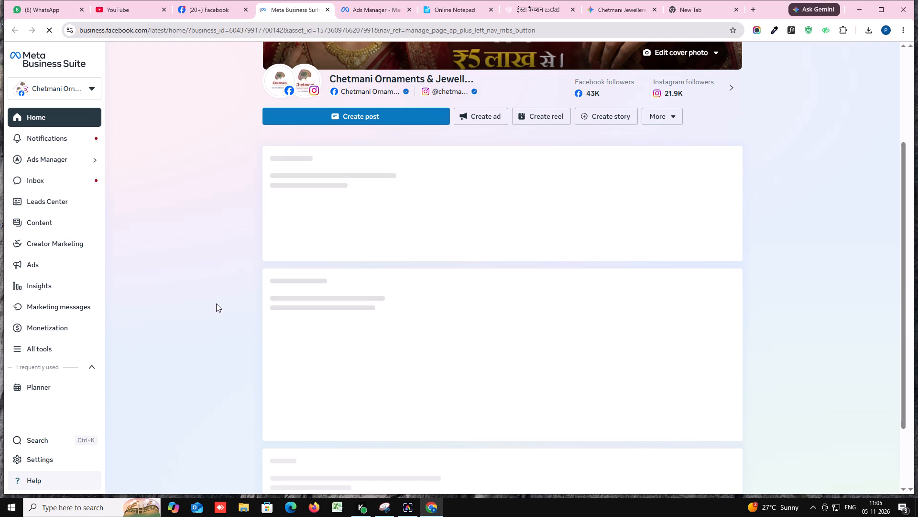
left_click(546, 120)
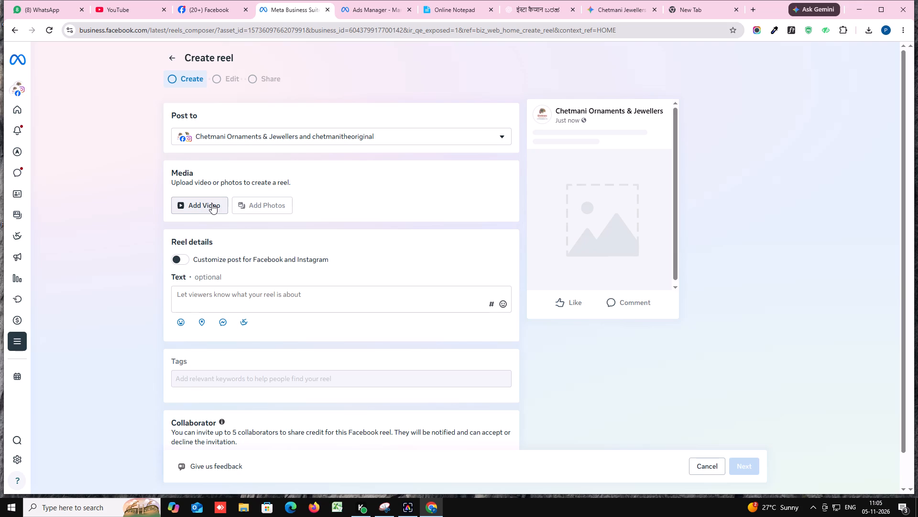
Add the video "WhatsApp Video 2026-11-05 at 09.33.31" from the Downloads folder to the reel.
left_click(212, 203)
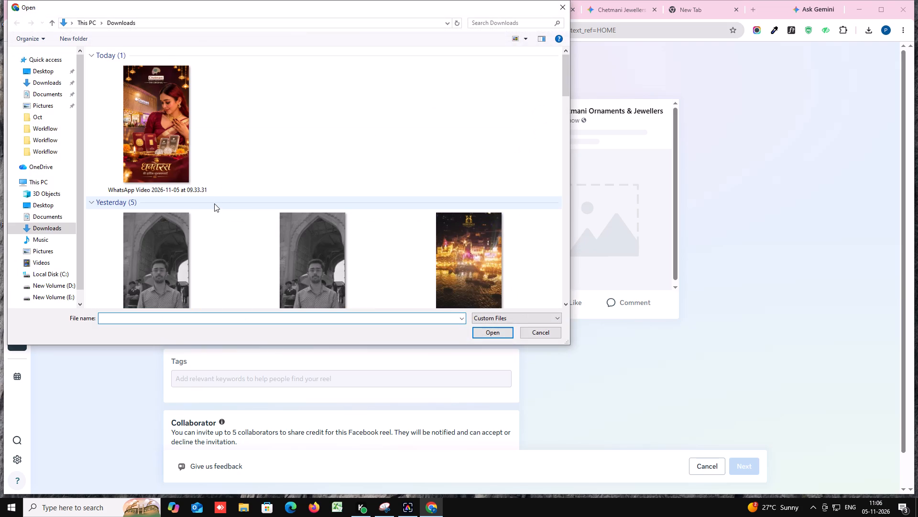
double_click(175, 147)
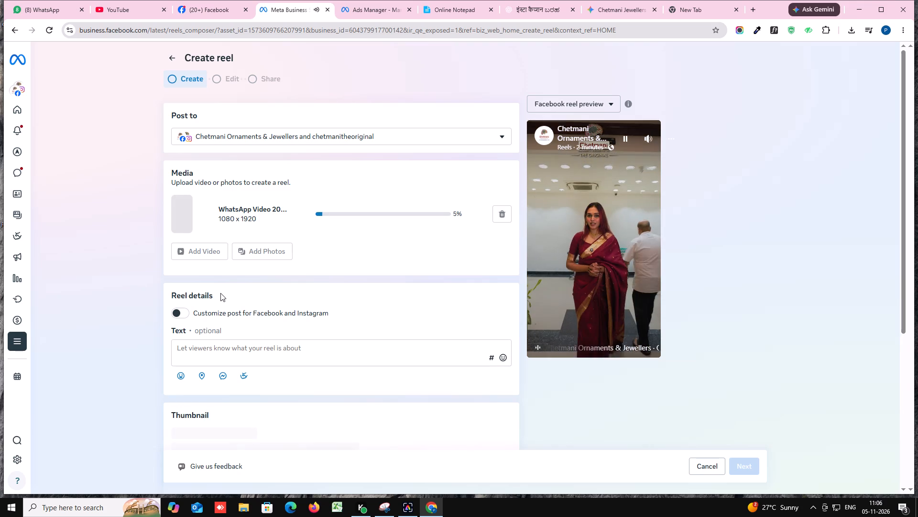
Paste the copied Dhanteras caption into the reel's text field.
right_click(239, 350)
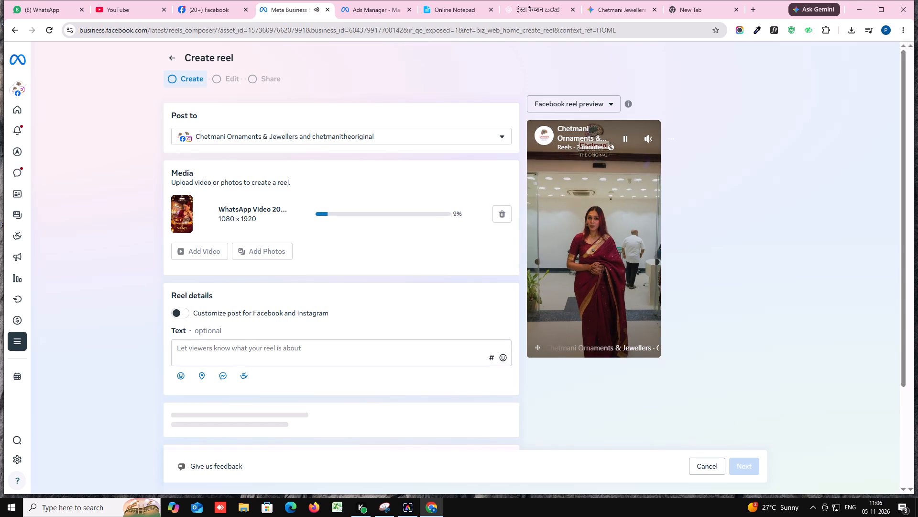
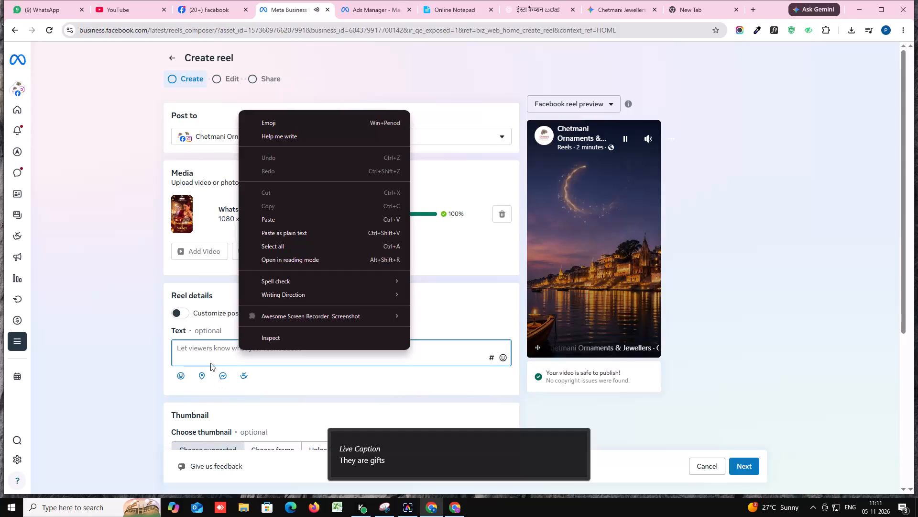
Paste the prepared Dhanteras caption for Chetmani The Original into the reel's Text field and review it back to its opening line.
right_click(210, 347)
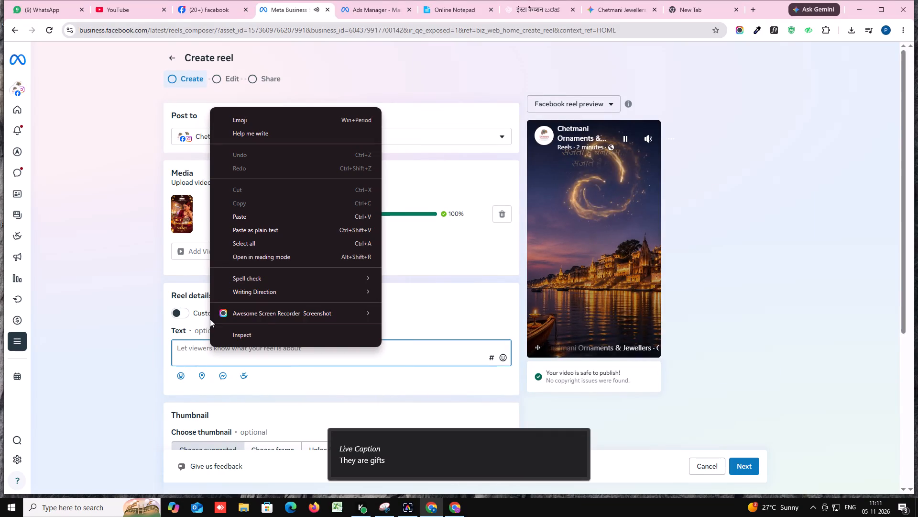
left_click(229, 216)
scroll(244, 377, "up", 3)
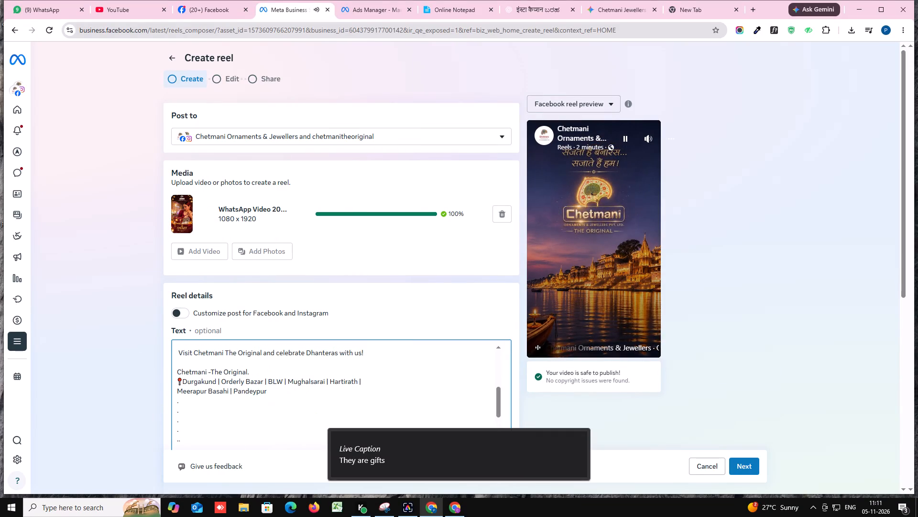
scroll(243, 376, "up", 3)
scroll(243, 376, "down", 3)
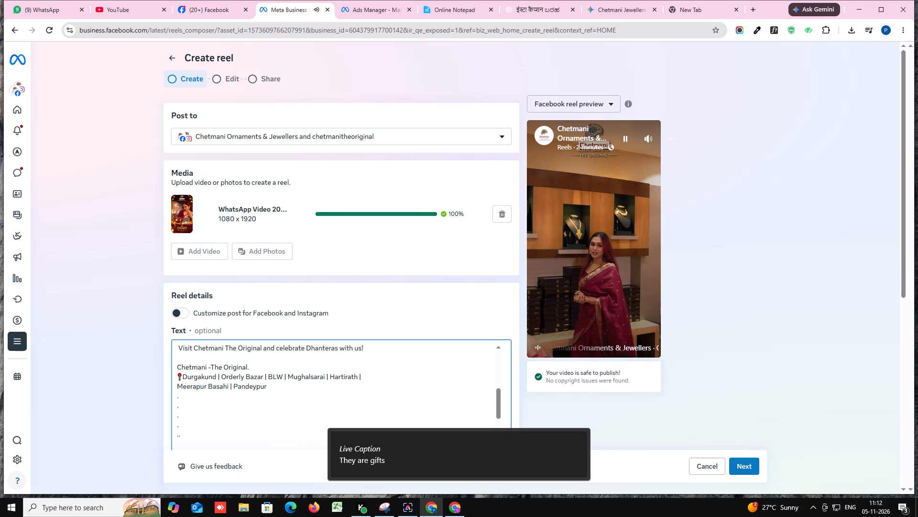
scroll(253, 374, "up", 2)
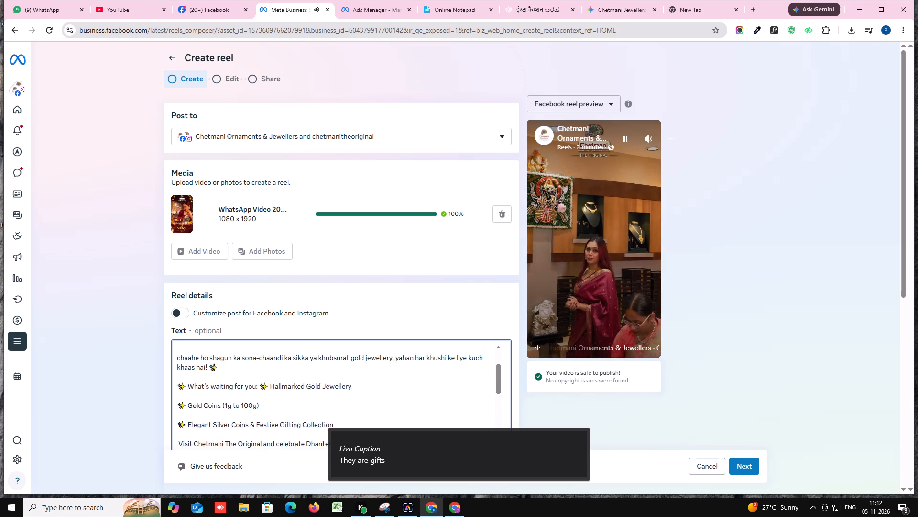
scroll(253, 374, "up", 5)
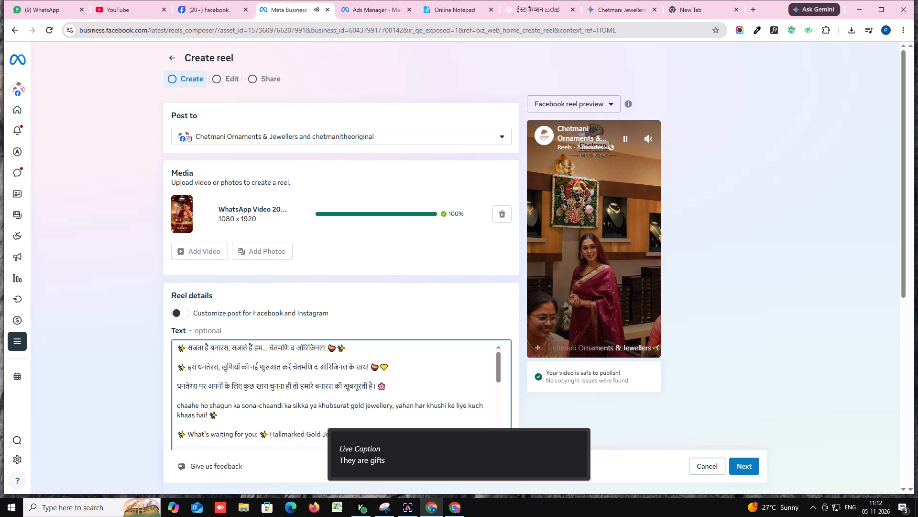
Review the reel's caption from the opening lines to the keywords and hashtags, plus the thumbnail, tags and collaborator settings.
left_click(120, 375)
scroll(137, 360, "down", 2)
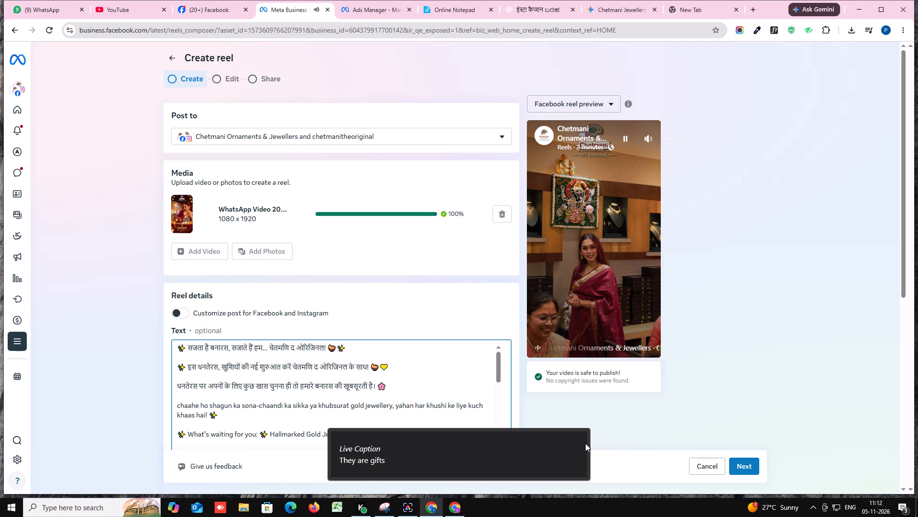
left_click(124, 314)
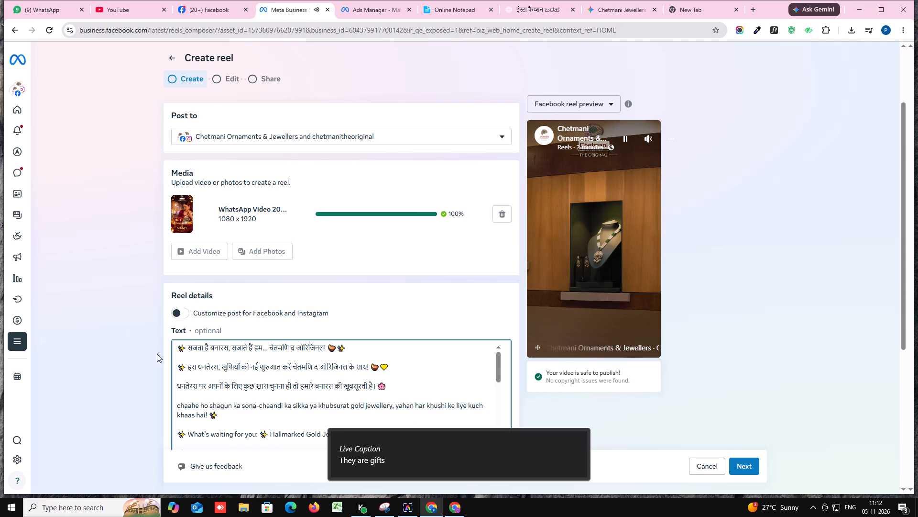
left_click(118, 365)
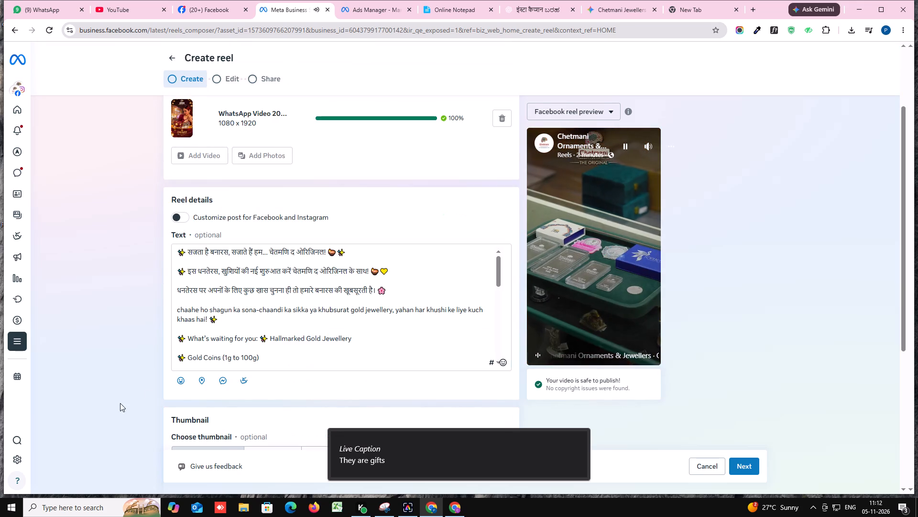
scroll(287, 301, "down", 9)
scroll(284, 303, "up", 4)
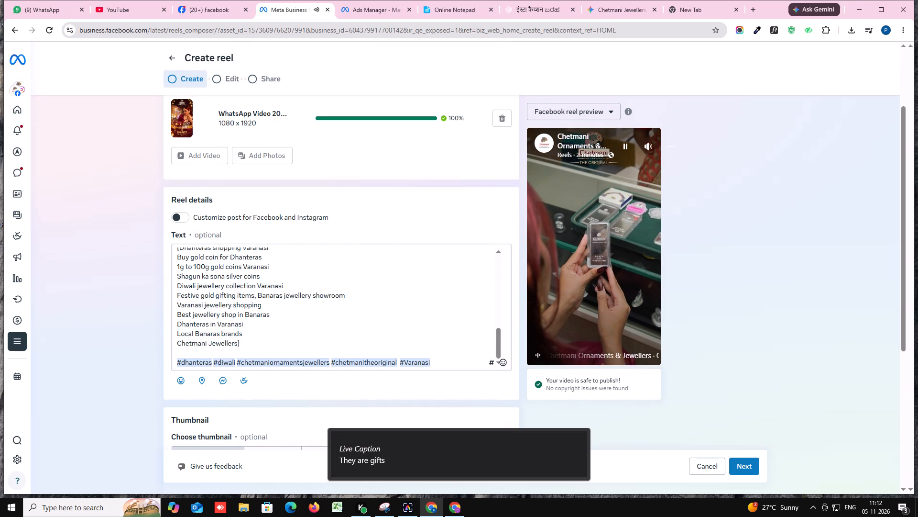
scroll(284, 303, "up", 4)
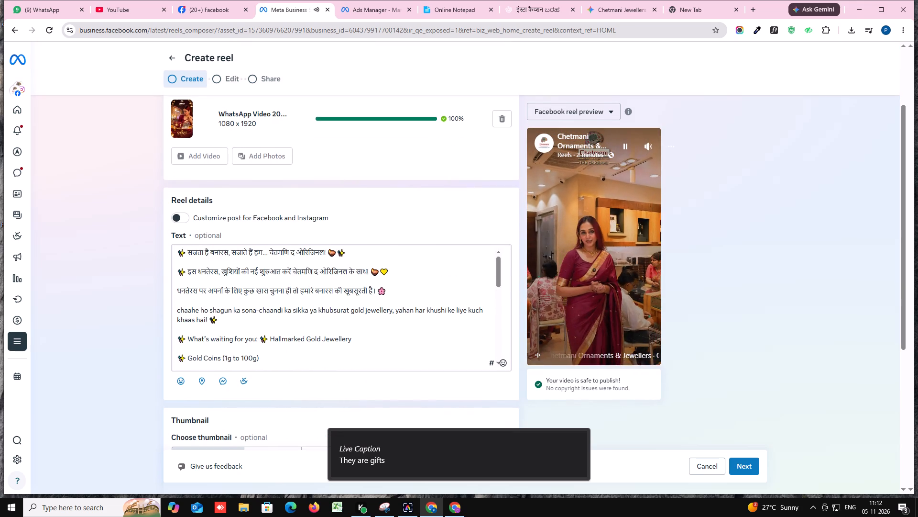
scroll(106, 316, "down", 2)
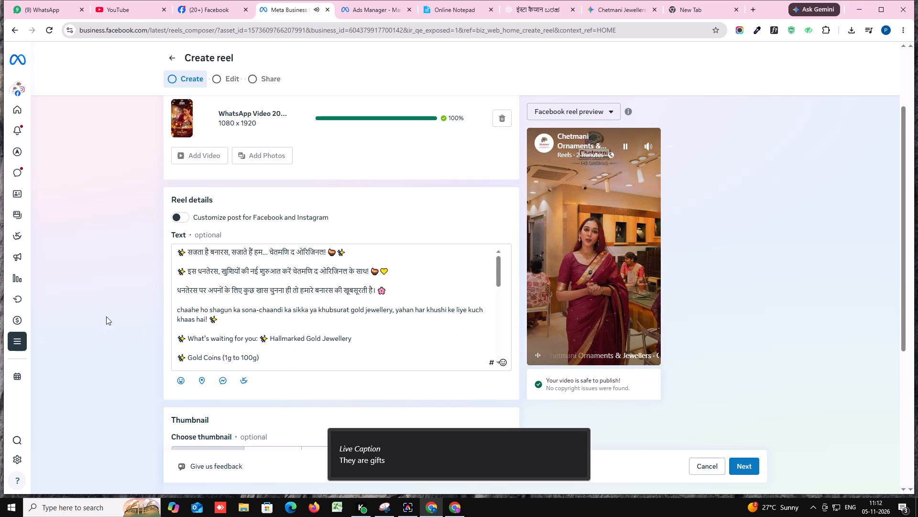
scroll(109, 315, "down", 1)
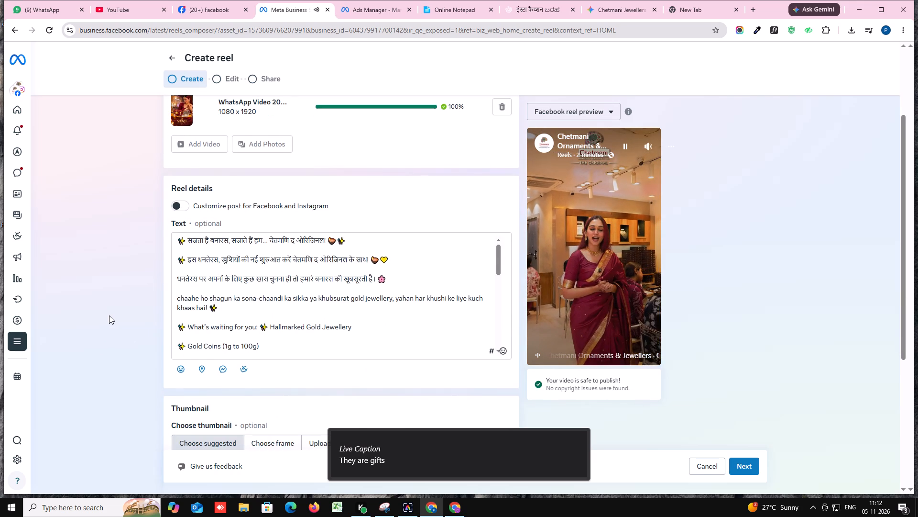
scroll(109, 315, "down", 4)
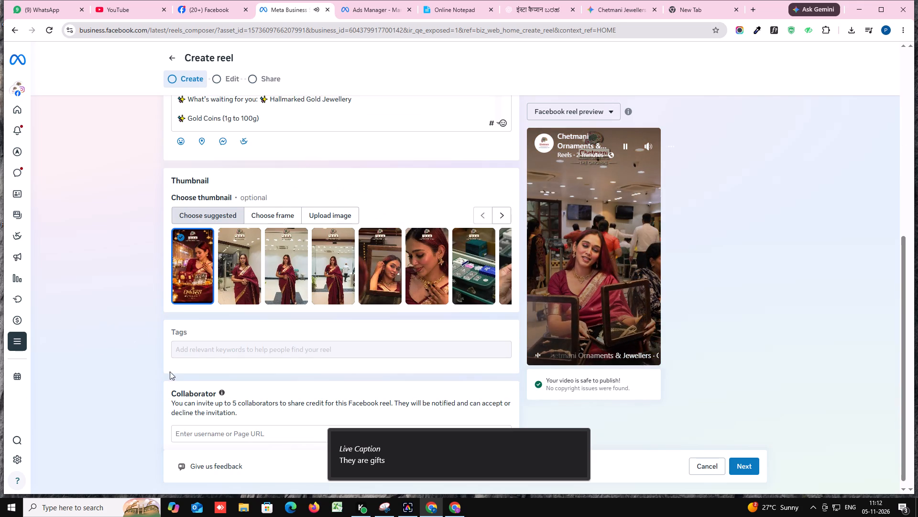
Advance the reel through the Edit stage to the Share stage, leaving its audio and video timeline as they are.
left_click(750, 468)
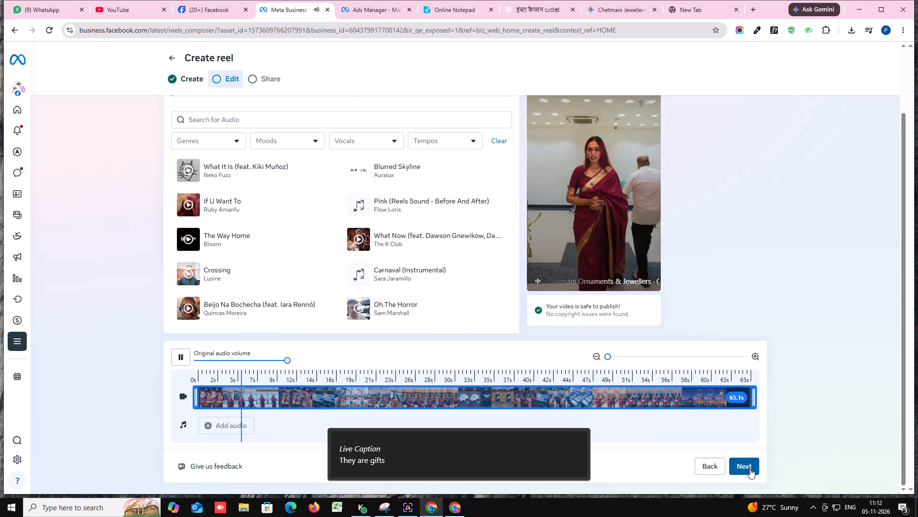
left_click(750, 468)
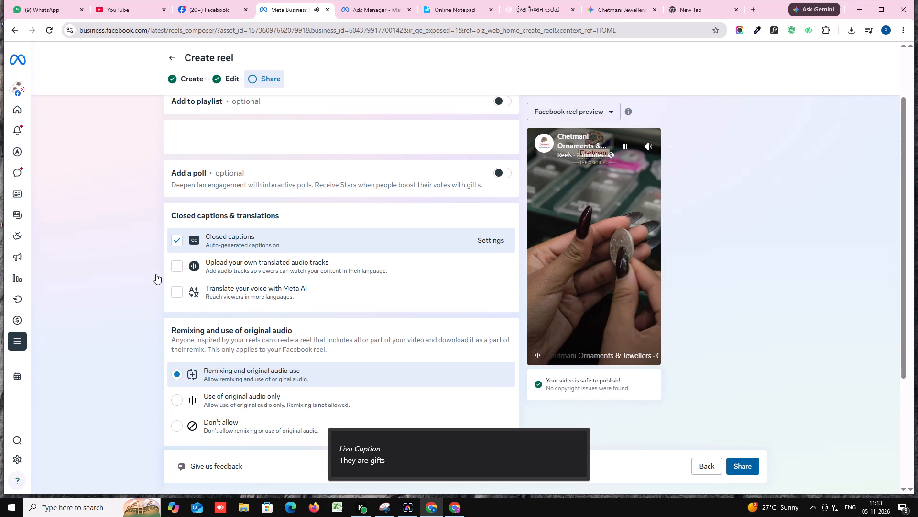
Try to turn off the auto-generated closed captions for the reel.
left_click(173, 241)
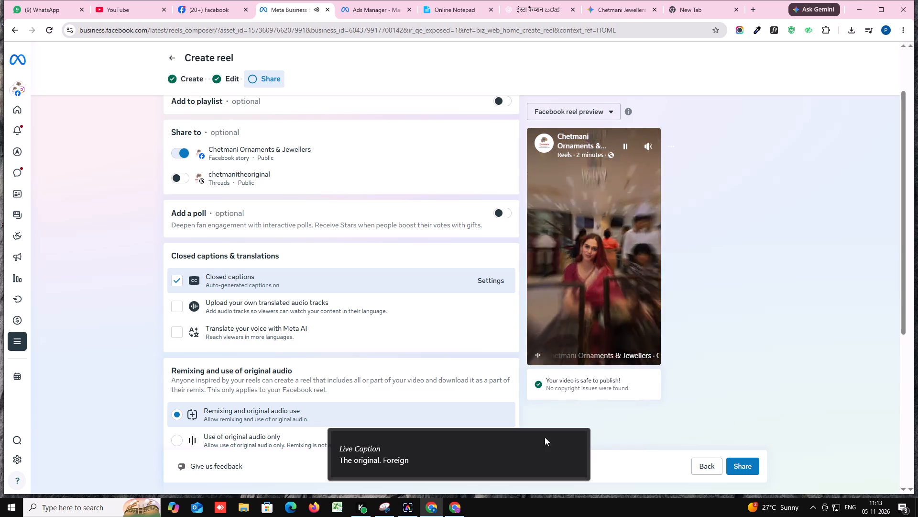
Turn off closed captions for the reel.
left_click(172, 278)
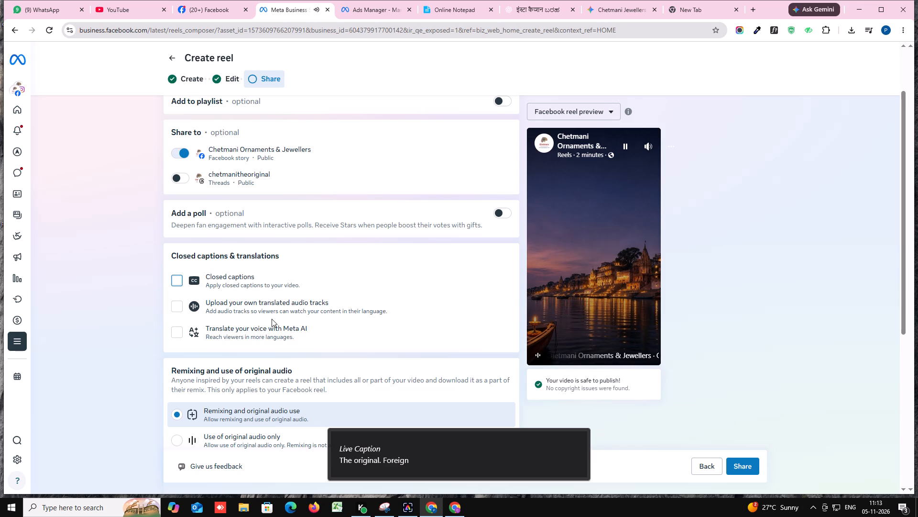
Publish the reel immediately with the Share now option, including the Chetmani Ornaments & Jewellers Facebook story.
scroll(101, 200, "up", 9)
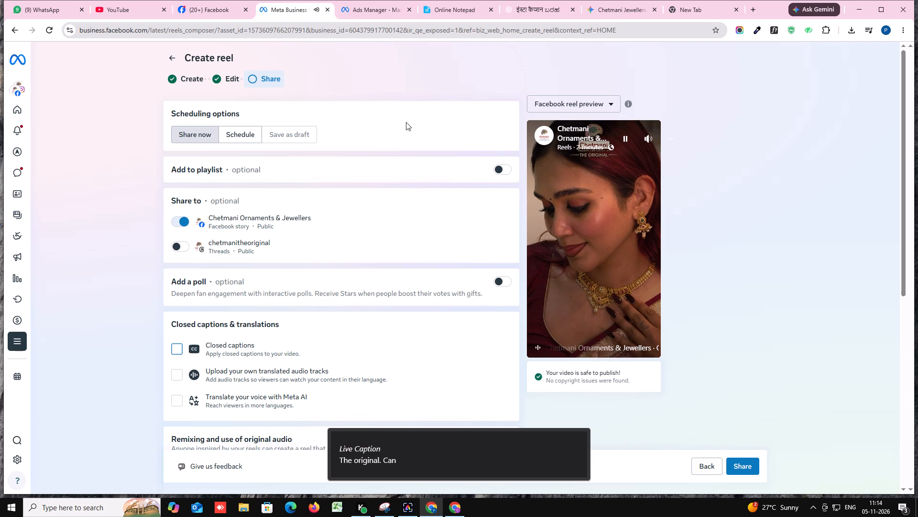
left_click(742, 462)
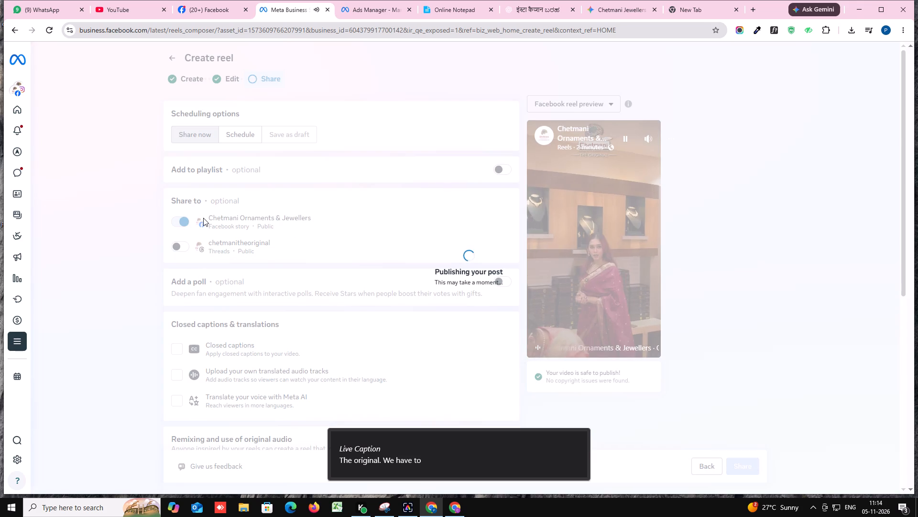
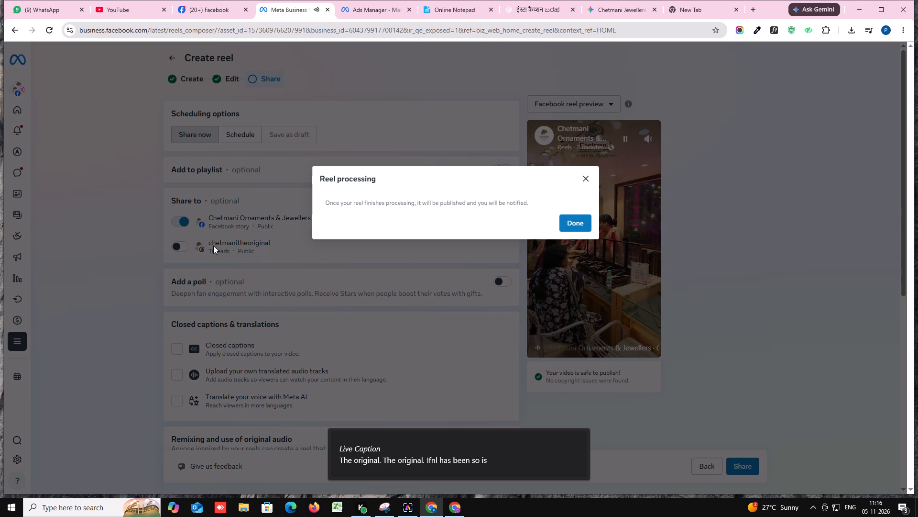
Dismiss the reel processing notice to finish submitting the reel for publishing.
left_click(568, 225)
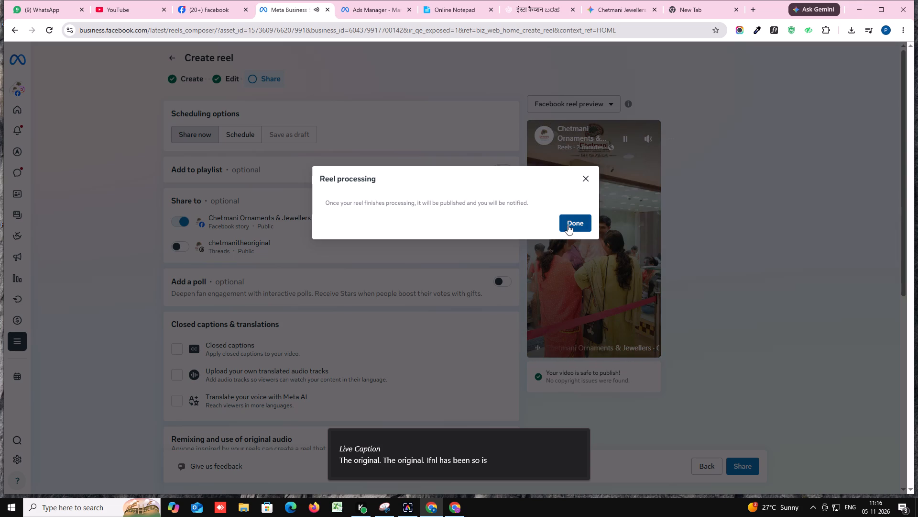